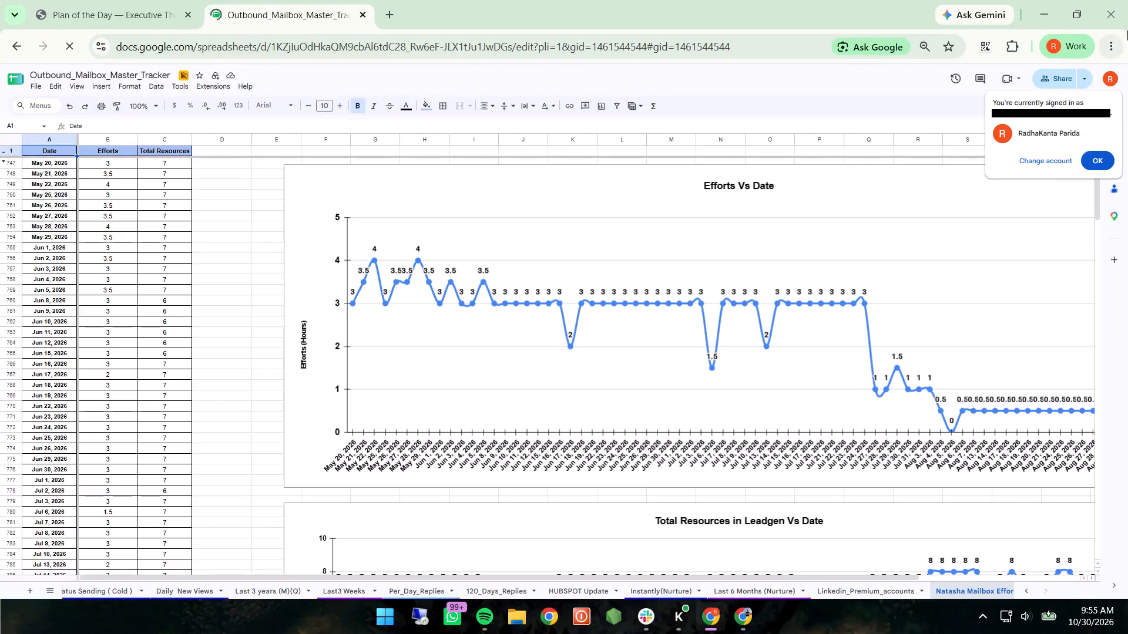
# Dismiss the signed-in account notice, keeping the current account.
pyautogui.click(1096, 158)
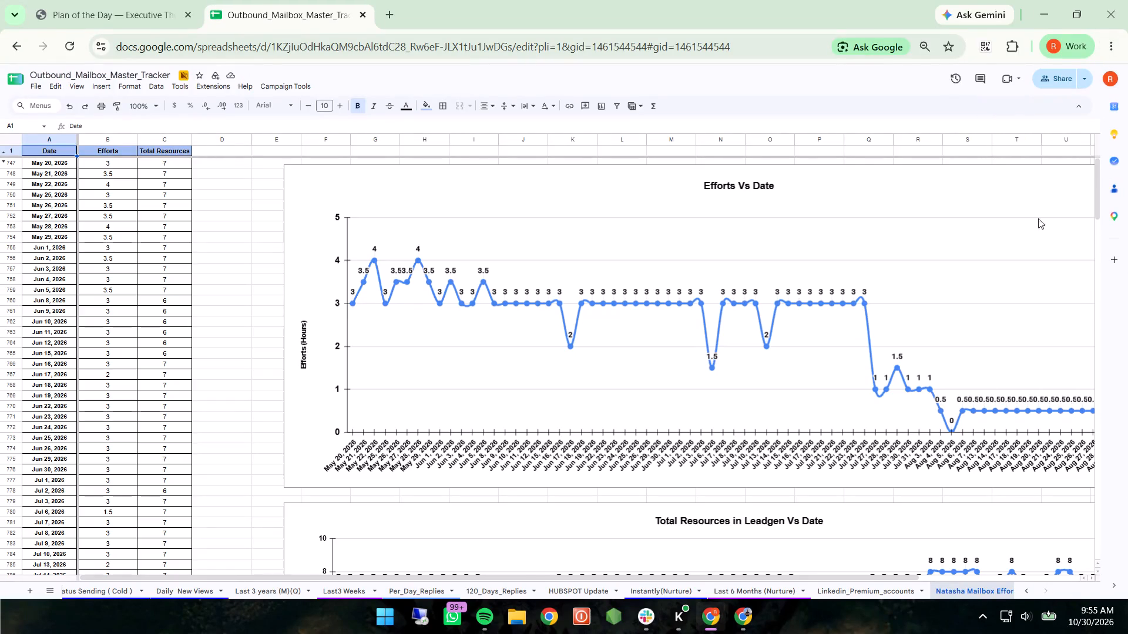
# Examine the Efforts Vs Date and Total Resources in Leadgen Vs Date charts across their full date range.
pyautogui.hscroll(-3, 960, 315)
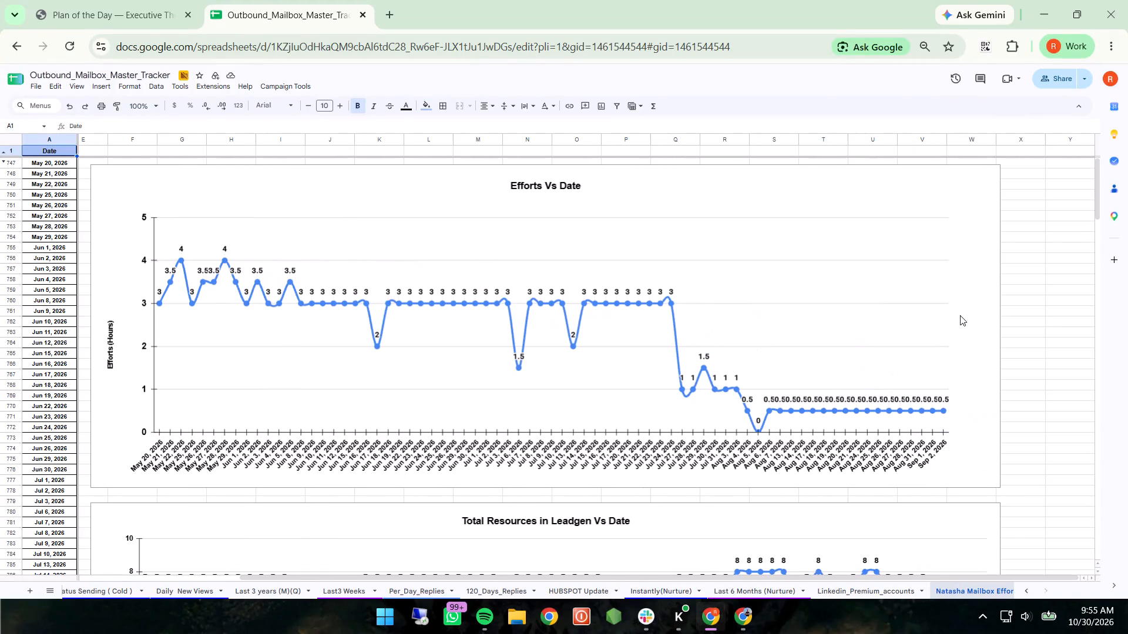
pyautogui.hscroll(4, 960, 315)
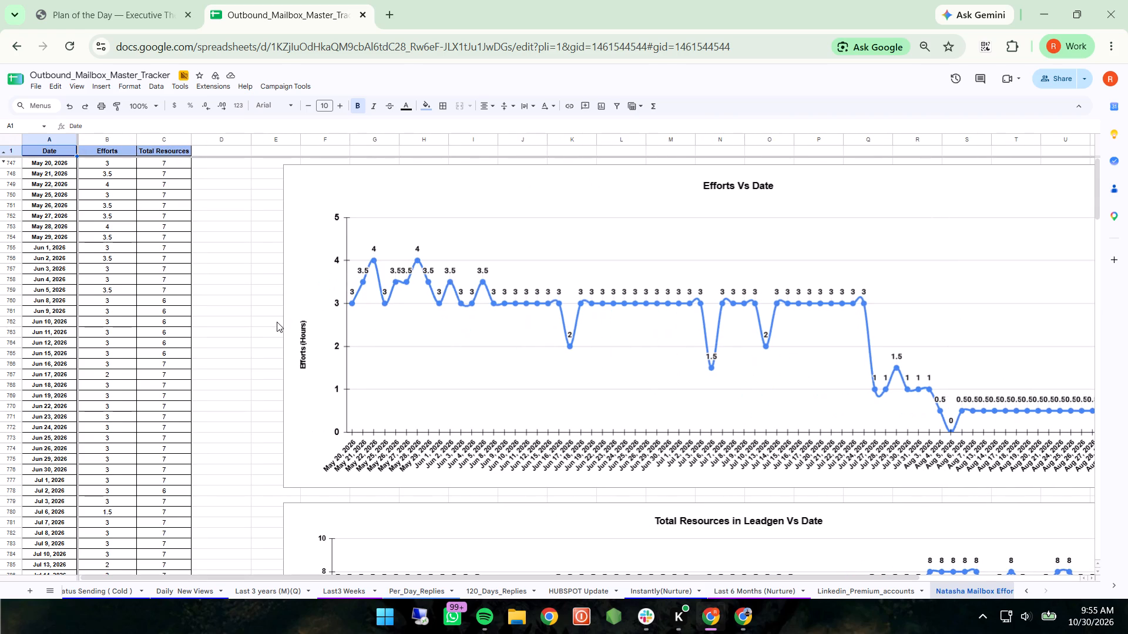
pyautogui.scroll(-2, 476, 302)
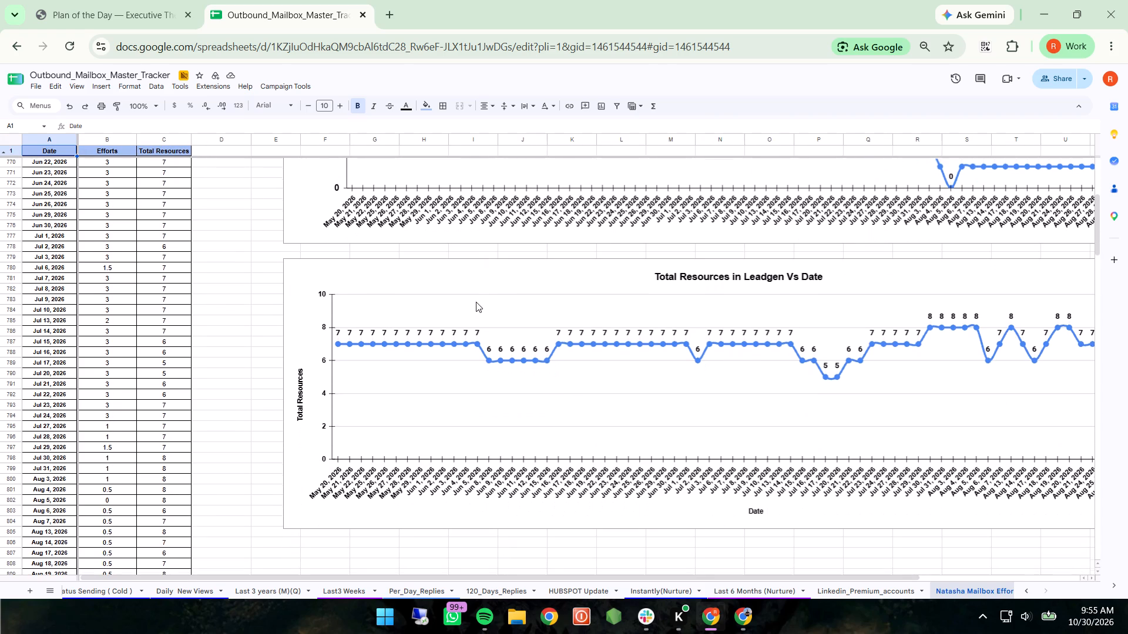
pyautogui.scroll(-1, 476, 302)
pyautogui.hscroll(-3, 476, 302)
pyautogui.scroll(1, 476, 302)
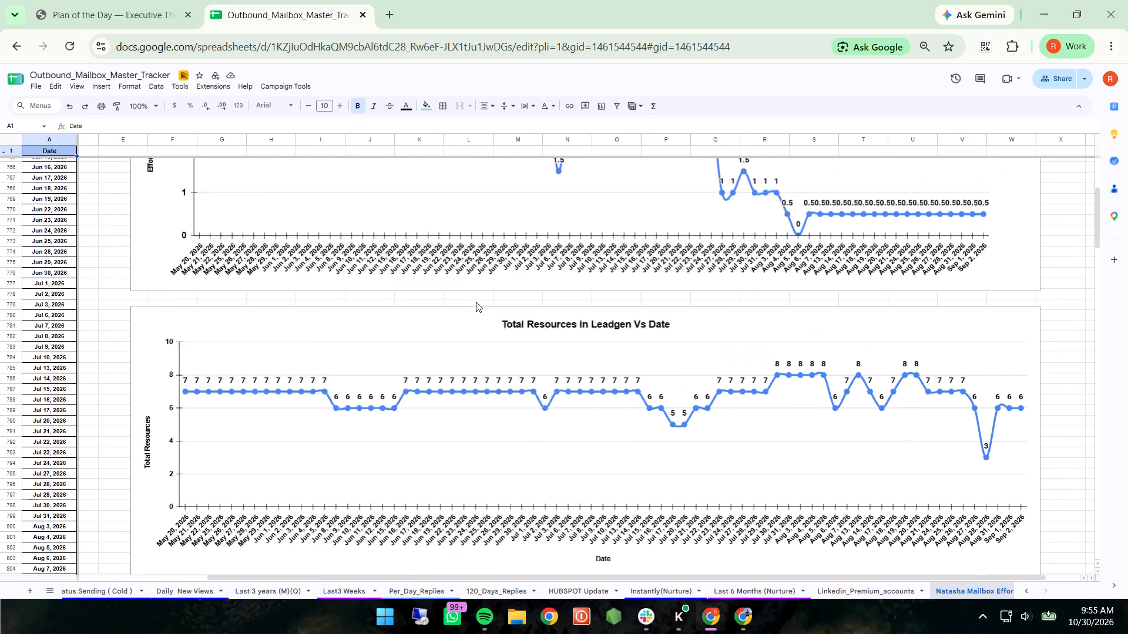
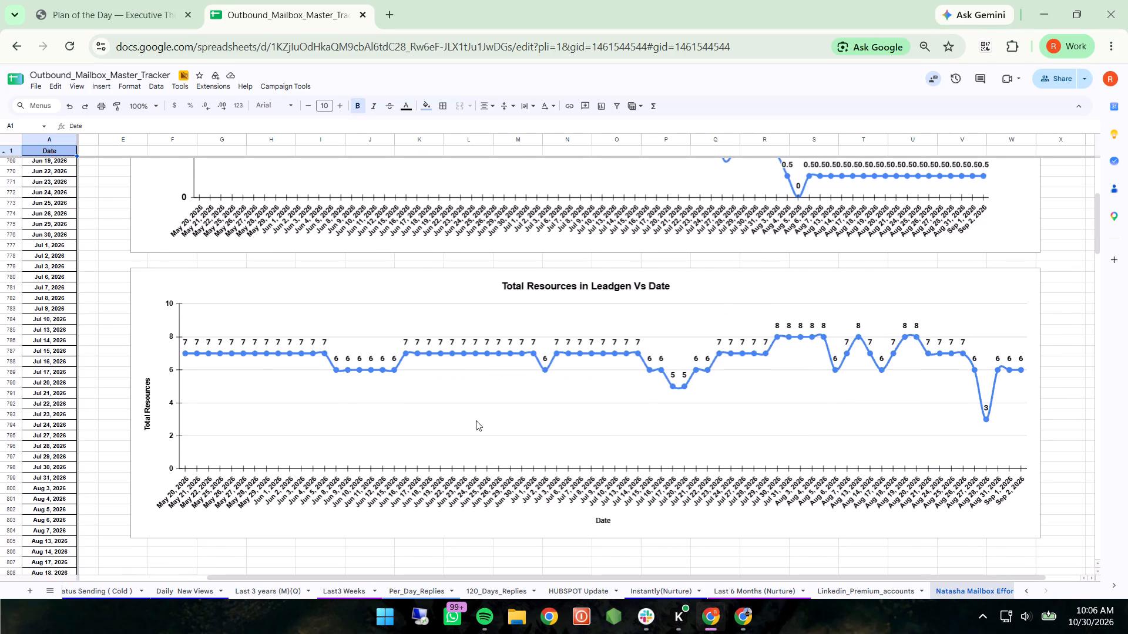
# Add the date Oct 30, 2026 in the first empty row below Sep 2, 2026, reusing the last date cell.
pyautogui.scroll(-2, 476, 420)
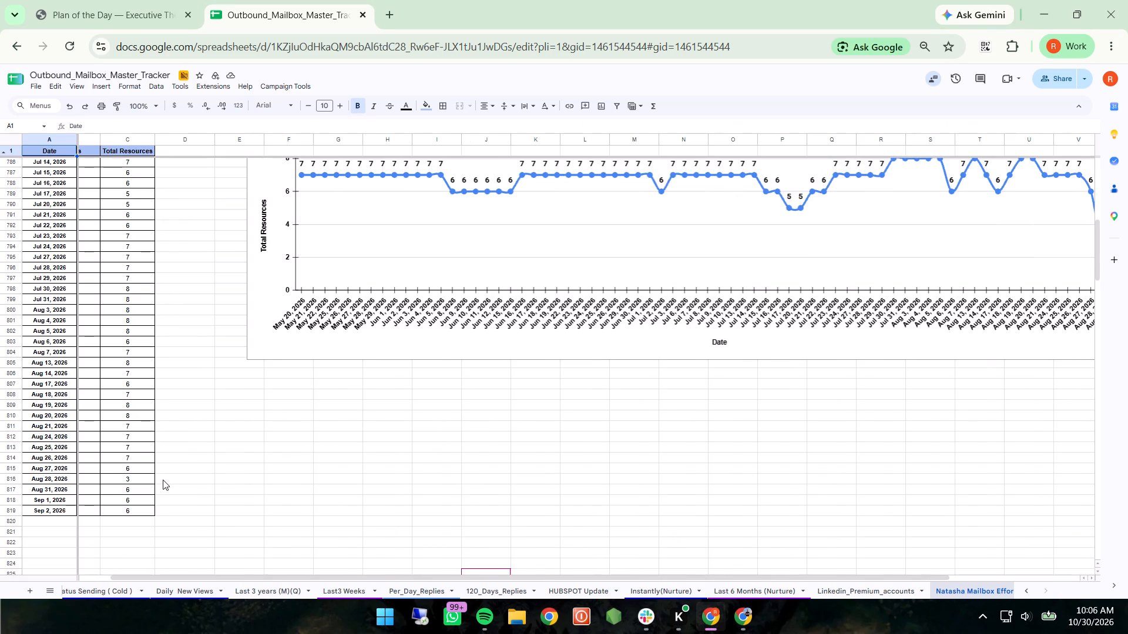
pyautogui.click(52, 510)
pyautogui.hotkey('ctrl', 'c')
pyautogui.press('Down')
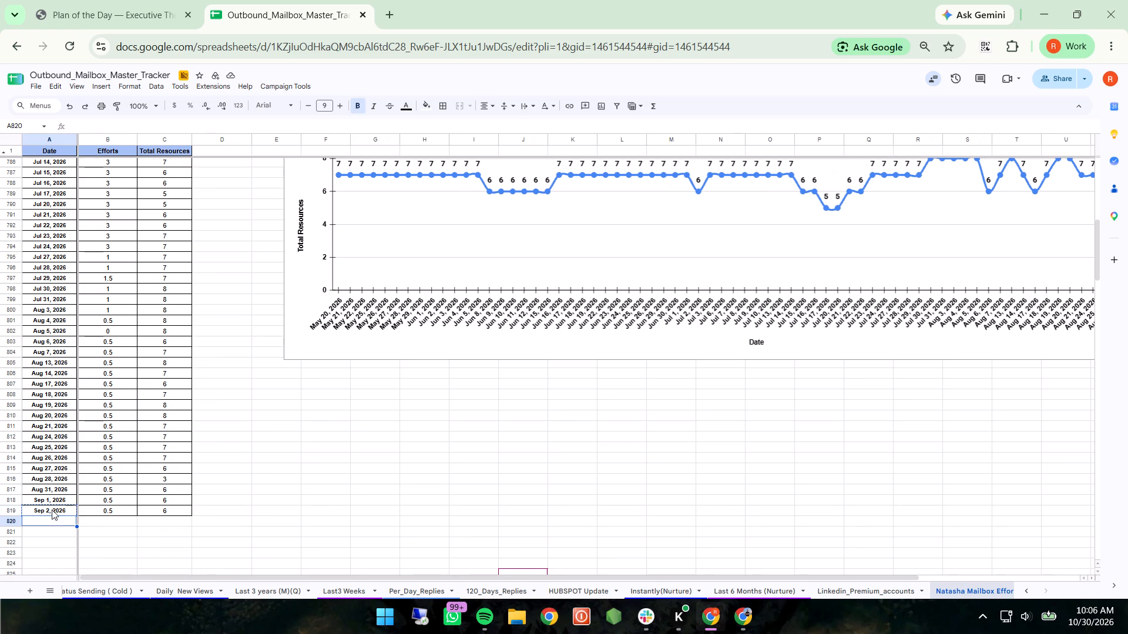
pyautogui.hotkey('ctrl', 'v')
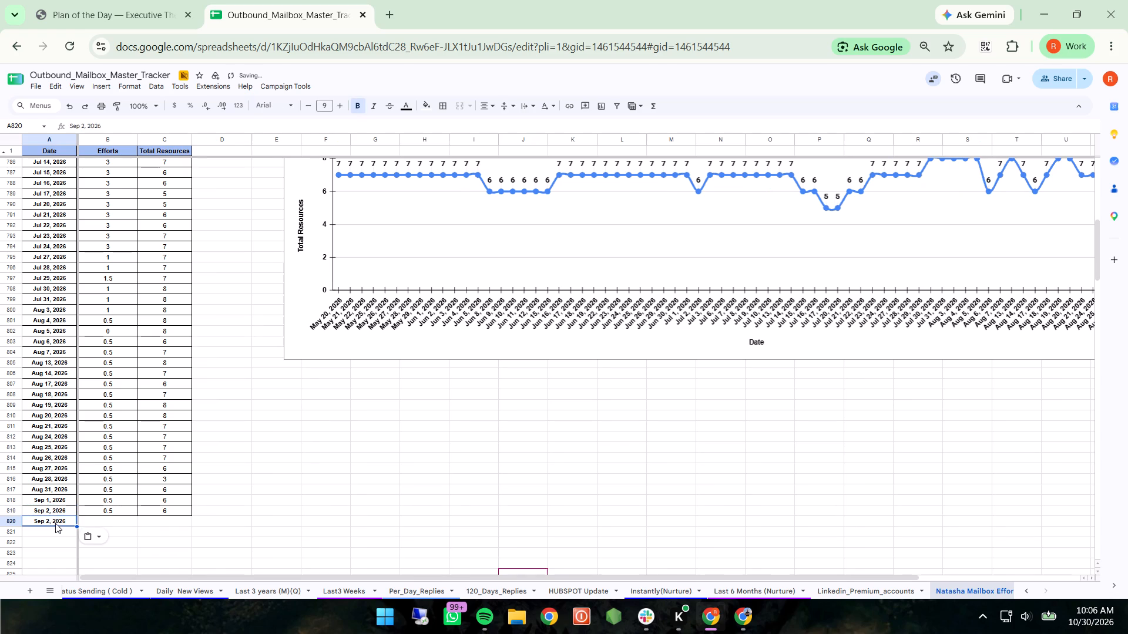
pyautogui.doubleClick(53, 527)
pyautogui.doubleClick(53, 520)
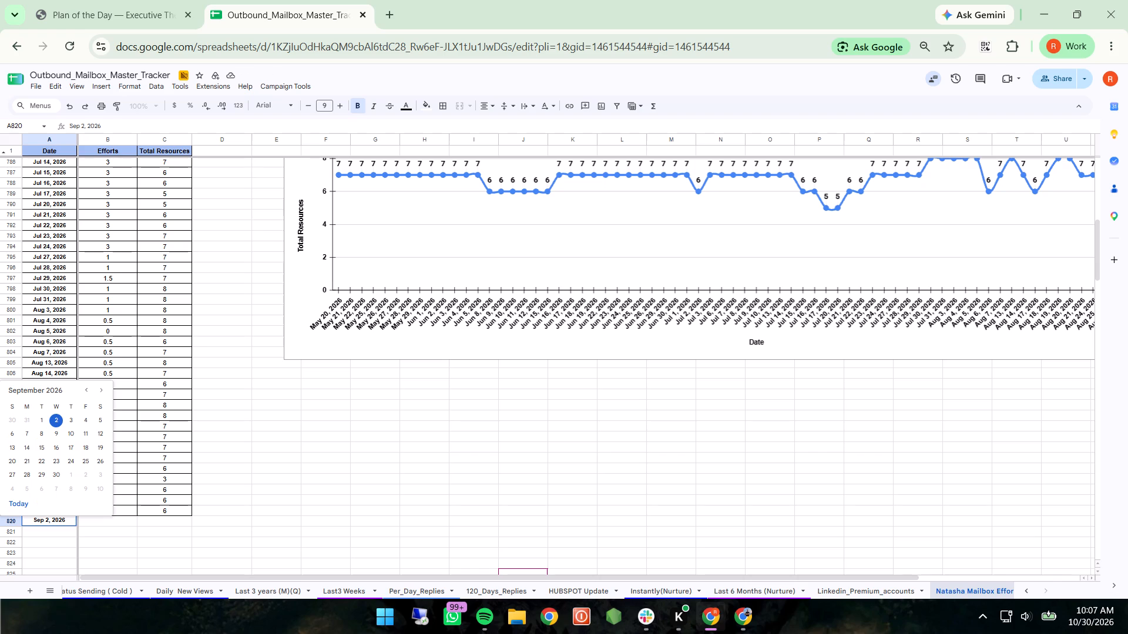
pyautogui.click(98, 388)
pyautogui.click(87, 469)
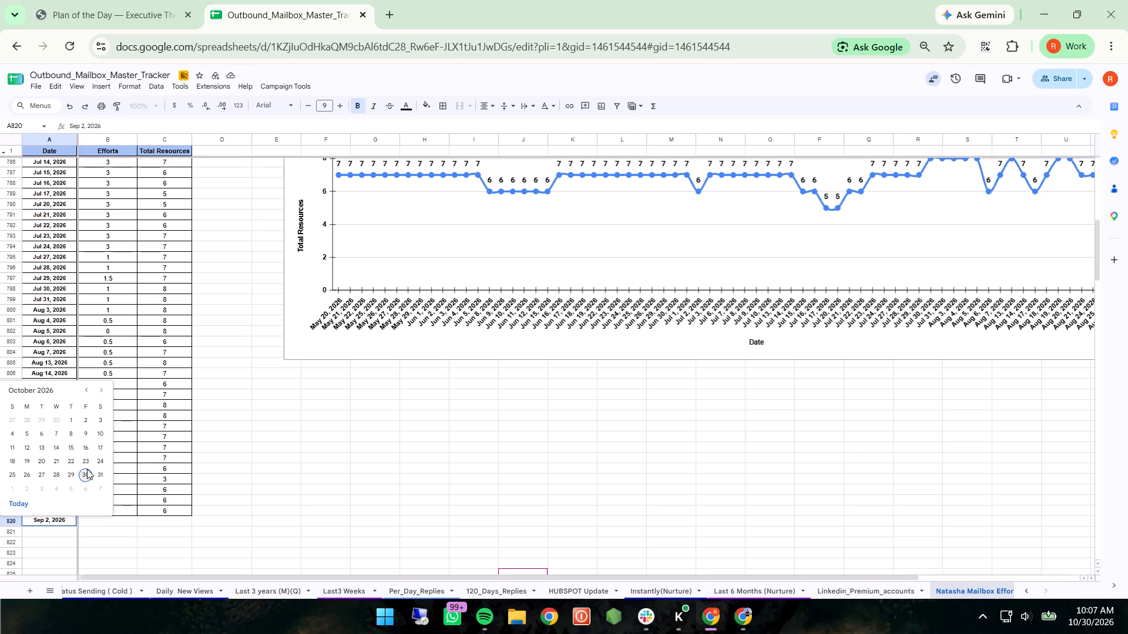
# Enter Efforts of 3.25 and Total Resources of 4 for the Oct 30, 2026 row.
pyautogui.click(114, 520)
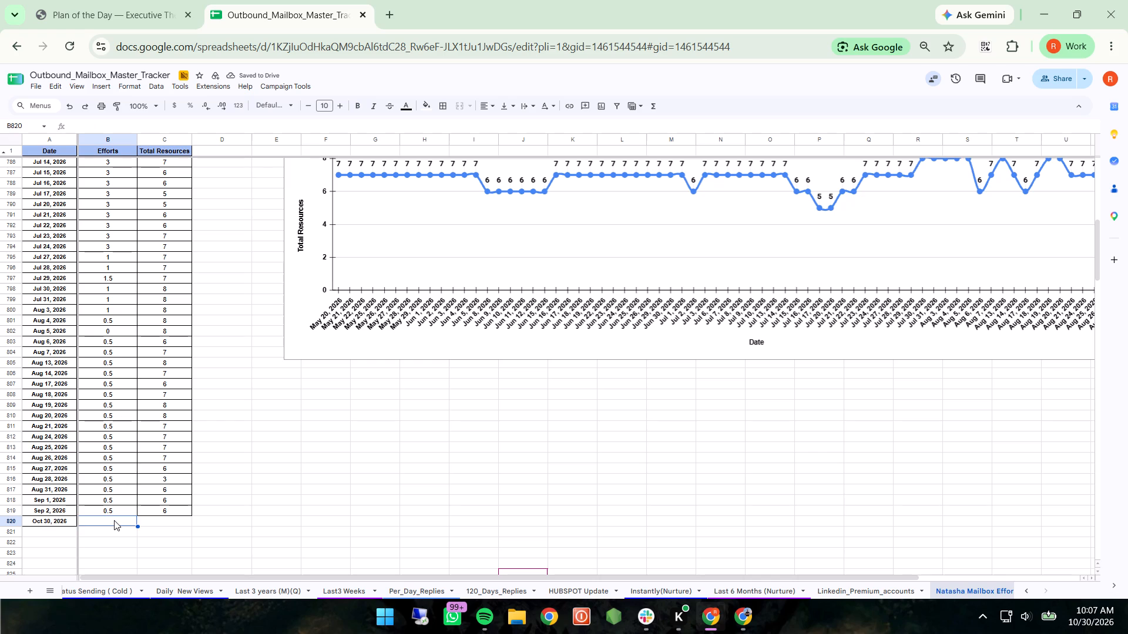
pyautogui.write('3.25')
pyautogui.press('Right')
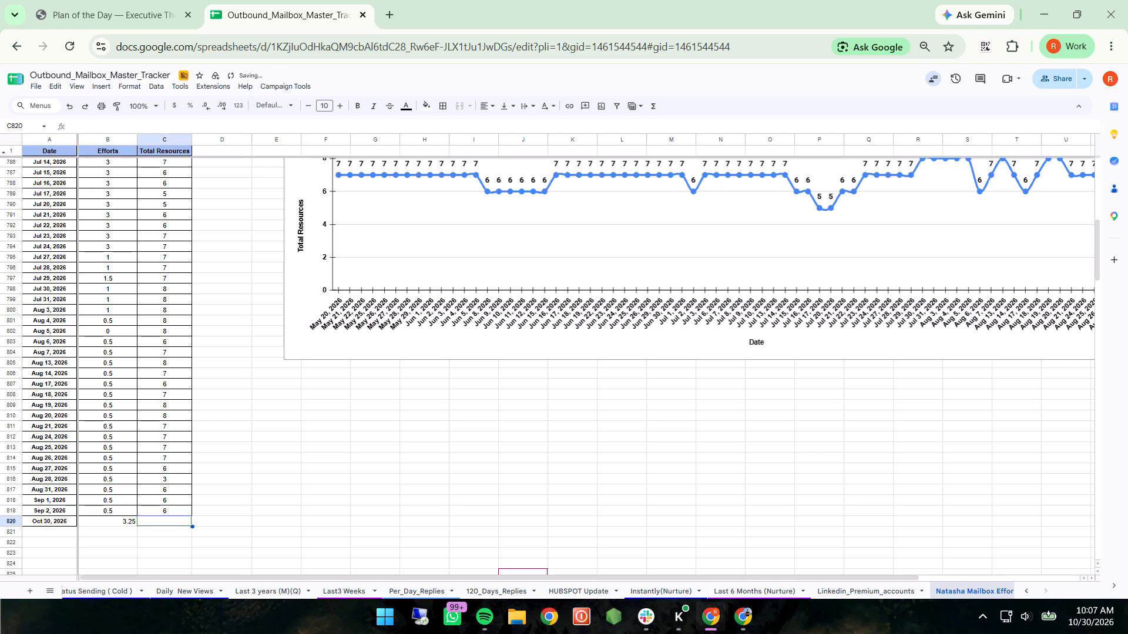
pyautogui.press('4')
pyautogui.press('Return')
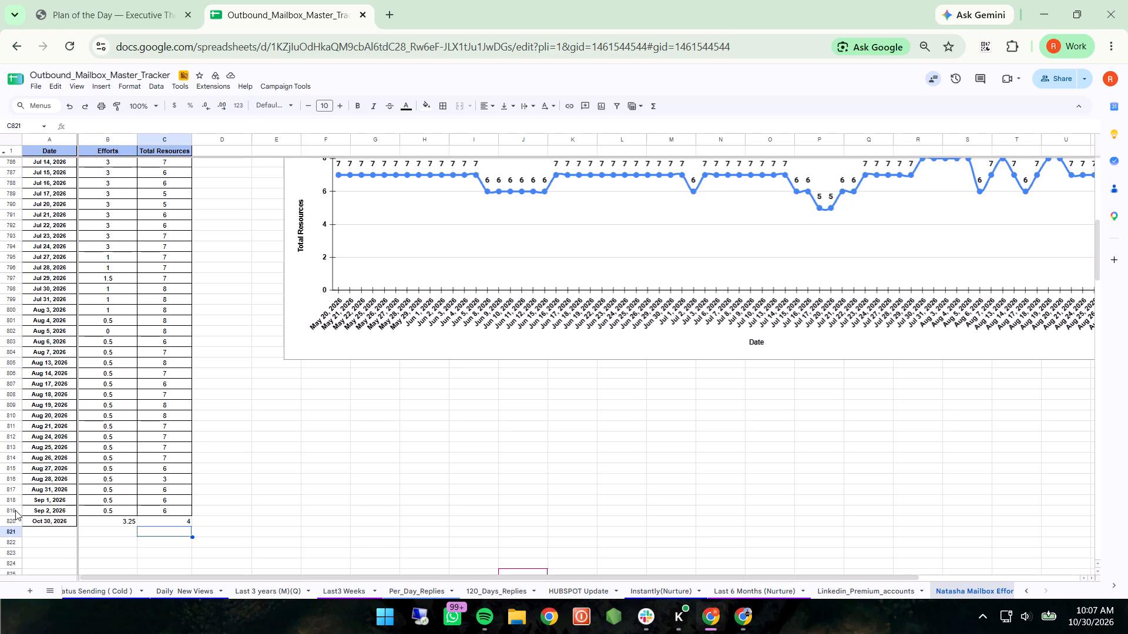
# Copy the formatting of the Sep 2, 2026 row onto the Oct 30, 2026 row.
pyautogui.click(15, 510)
pyautogui.click(115, 104)
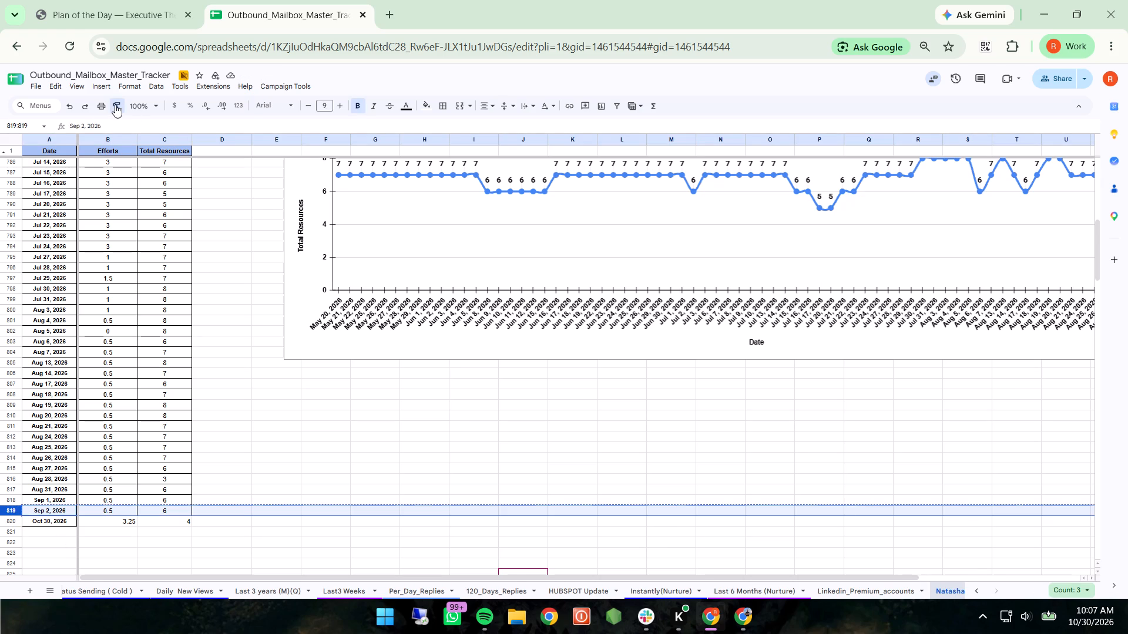
pyautogui.click(11, 521)
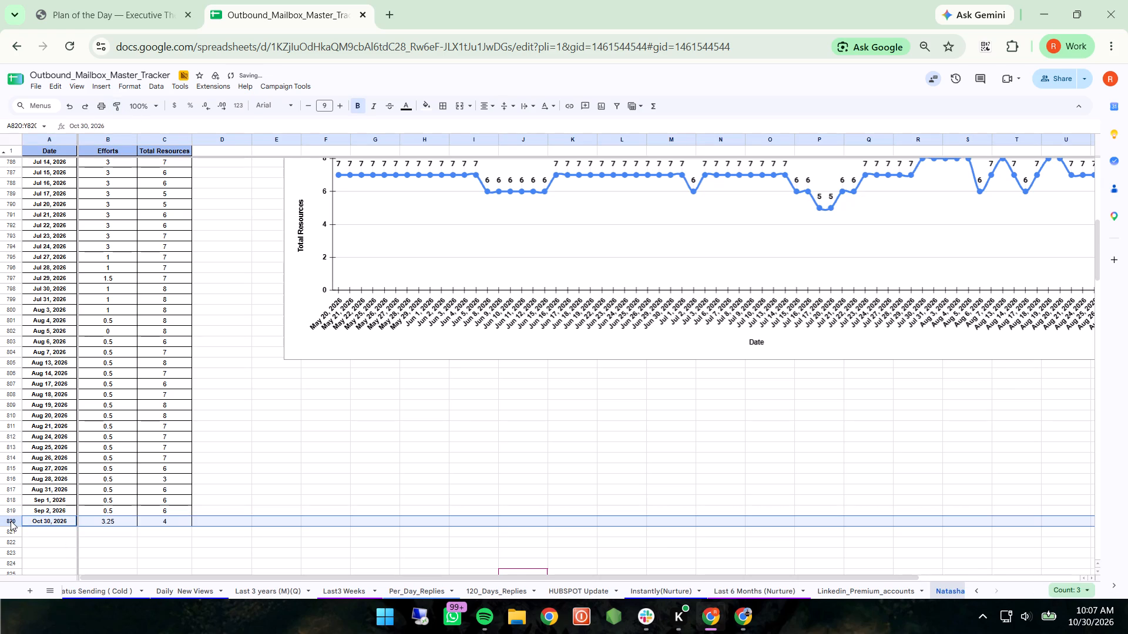
# Examine the Efforts Vs Date and Total Resources in Leadgen Vs Date charts with the Oct 30, 2026 entry included.
pyautogui.click(475, 451)
pyautogui.scroll(2, 475, 451)
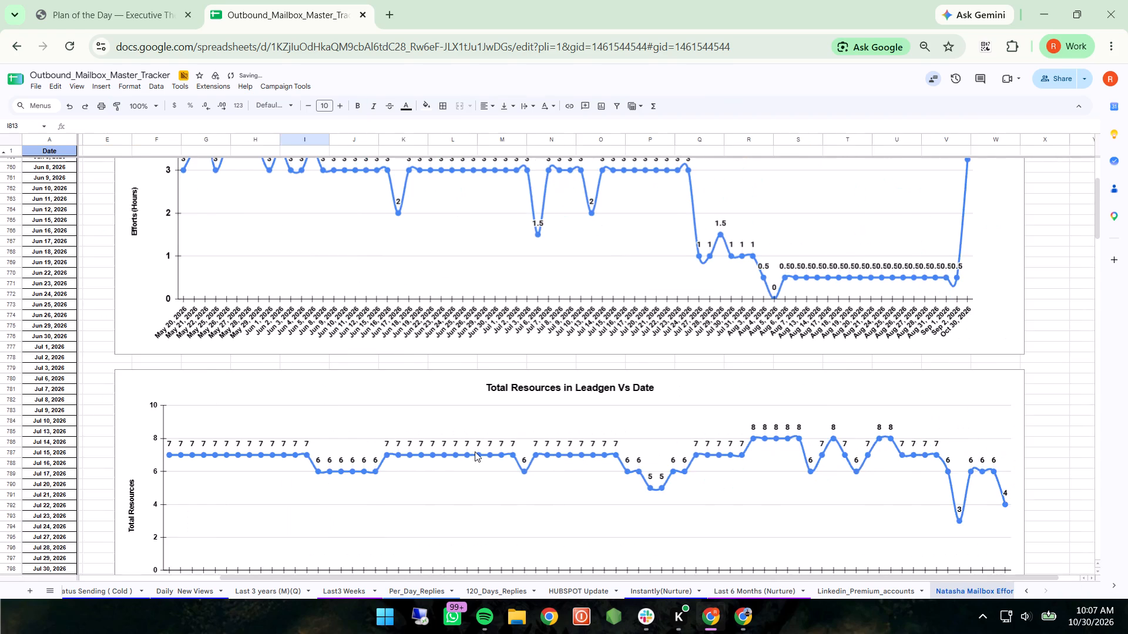
pyautogui.scroll(2, 475, 451)
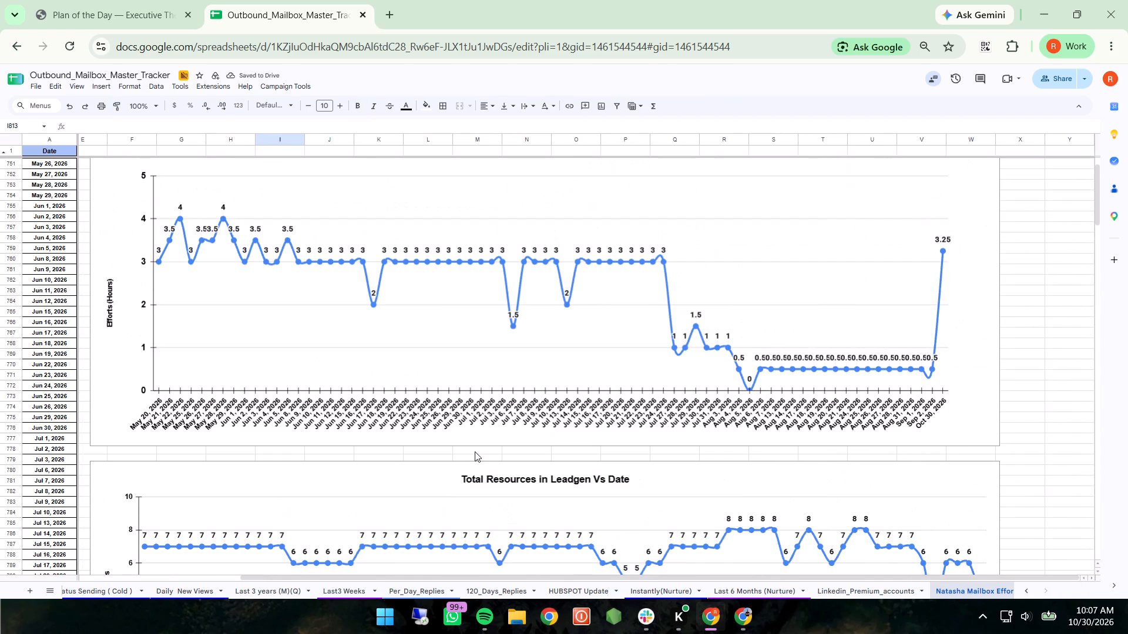
pyautogui.scroll(1, 475, 451)
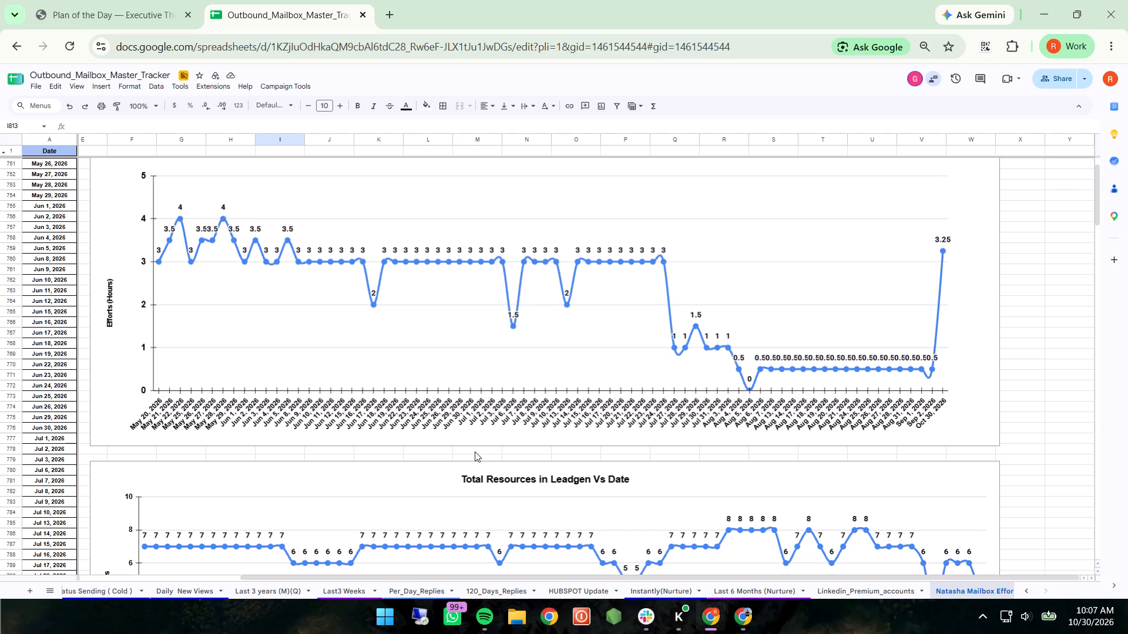
pyautogui.scroll(1, 475, 451)
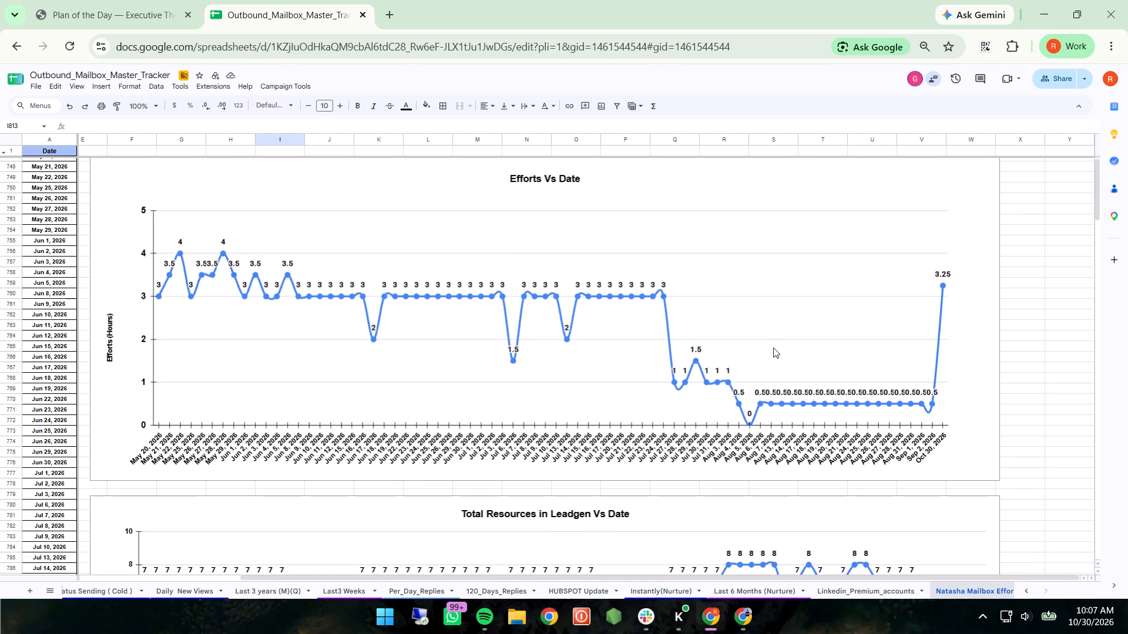
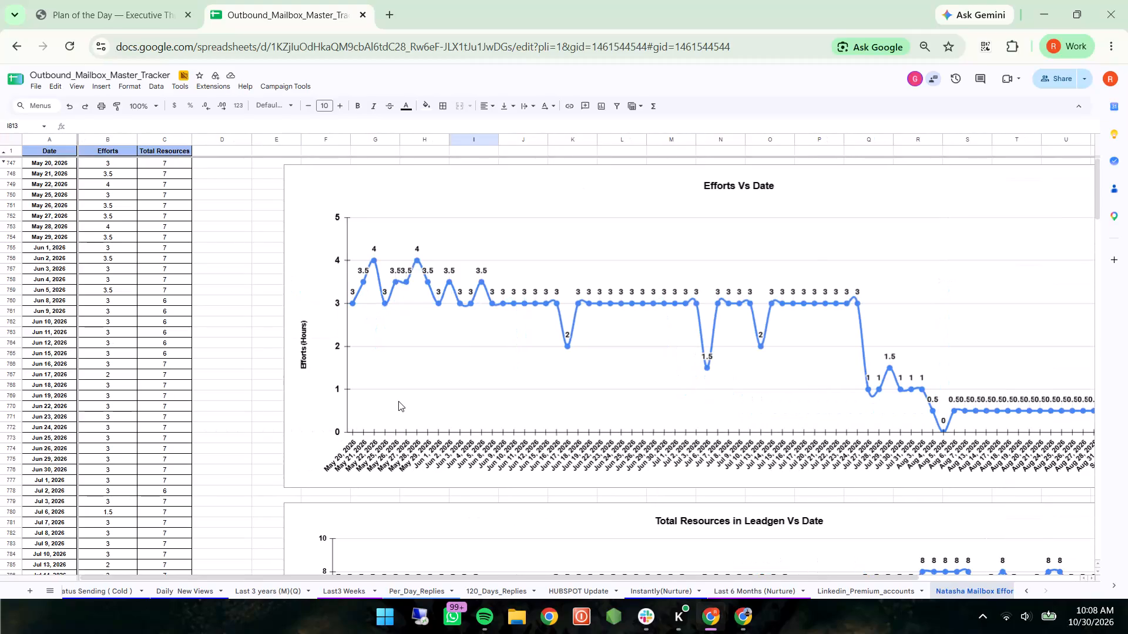
# Hide rows 747–776, covering the May 20 to Jun 30, 2026 entries, so the charts start at Jul 1, 2026.
pyautogui.click(8, 162)
pyautogui.hotkey('shift', 'Down')
pyautogui.hotkey('shift', 'Down')
pyautogui.hotkey('shift', 'Down')
pyautogui.hotkey('shift', 'Down')
pyautogui.hotkey('shift', 'Down')
pyautogui.hotkey('shift', 'Down')
pyautogui.hotkey('shift', 'Down')
pyautogui.hotkey('shift', 'Down')
pyautogui.hotkey('shift', 'Down')
pyautogui.hotkey('shift', 'Down')
pyautogui.hotkey('shift', 'Down')
pyautogui.hotkey('shift', 'Down')
pyautogui.hotkey('shift', 'Down')
pyautogui.hotkey('shift', 'Down')
pyautogui.hotkey('shift', 'Down')
pyautogui.hotkey('shift', 'Down')
pyautogui.hotkey('shift', 'Down')
pyautogui.hotkey('shift', 'Down')
pyautogui.hotkey('shift', 'Down')
pyautogui.hotkey('shift', 'Down')
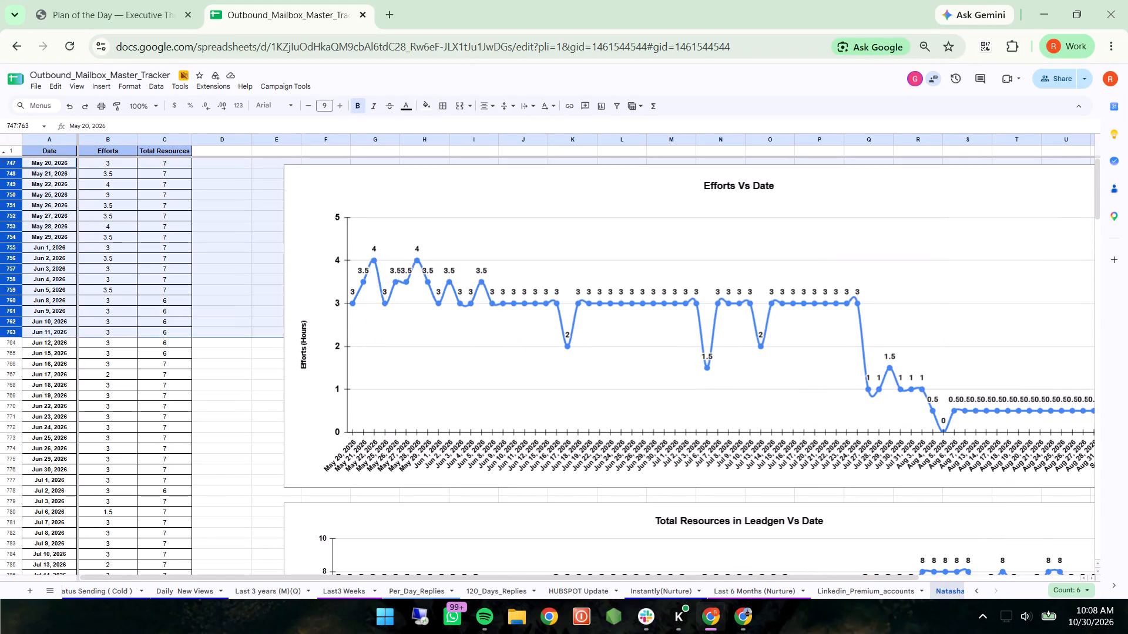
pyautogui.hotkey('shift', 'Up')
pyautogui.hotkey('shift', 'Up')
pyautogui.hotkey('shift', 'Up')
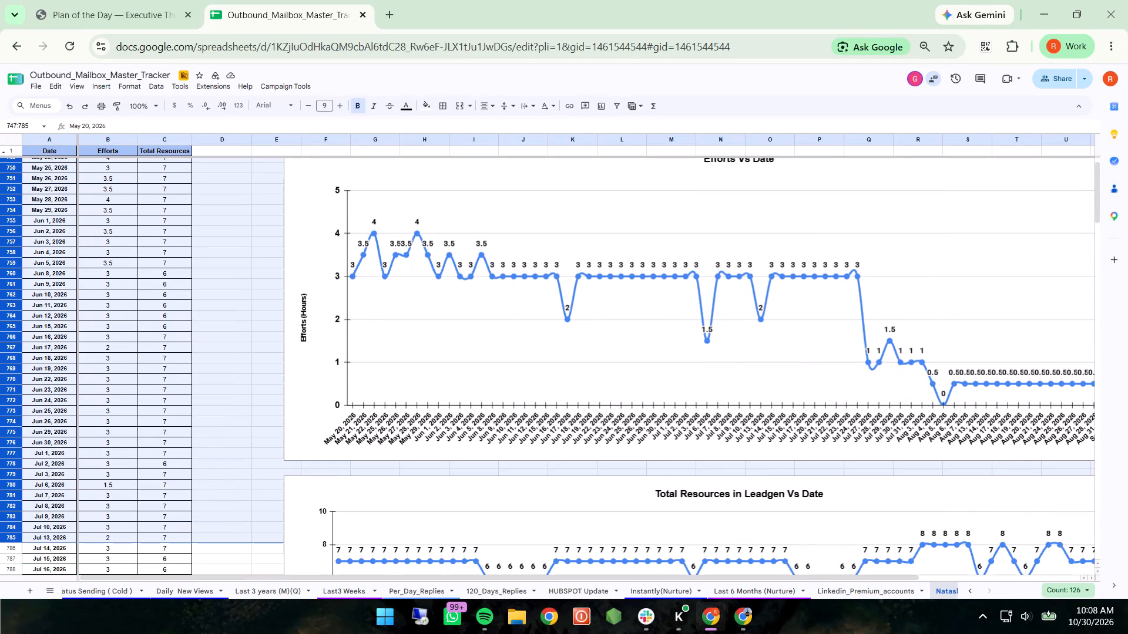
pyautogui.hotkey('shift', 'Up')
pyautogui.hotkey('shift', 'Up')
pyautogui.hotkey('shift', 'Up')
pyautogui.hotkey('shift', 'Up')
pyautogui.hotkey('shift', 'Up')
pyautogui.hotkey('shift', 'Up')
pyautogui.hotkey('shift', 'Up')
pyautogui.hotkey('shift', 'Up')
pyautogui.hotkey('shift', 'Up')
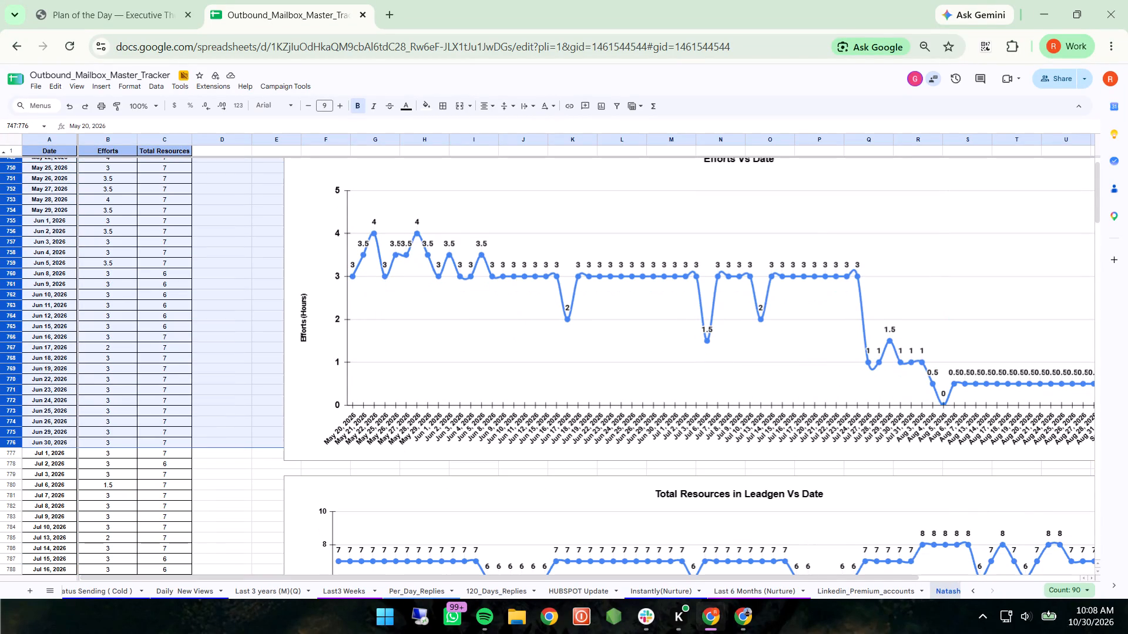
pyautogui.rightClick(8, 162)
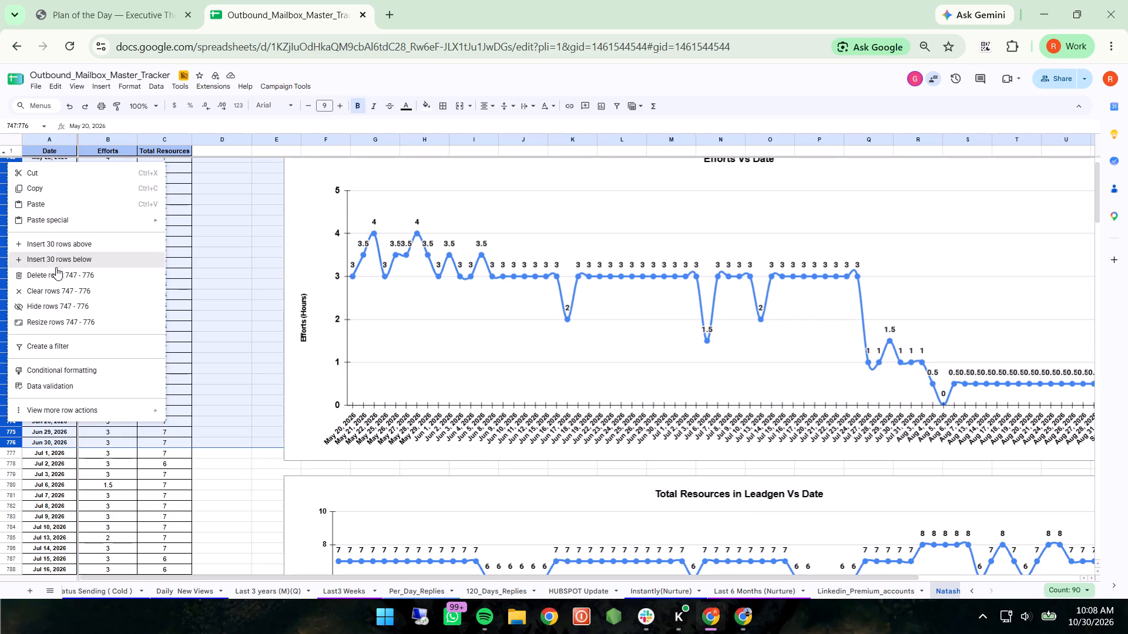
pyautogui.click(63, 298)
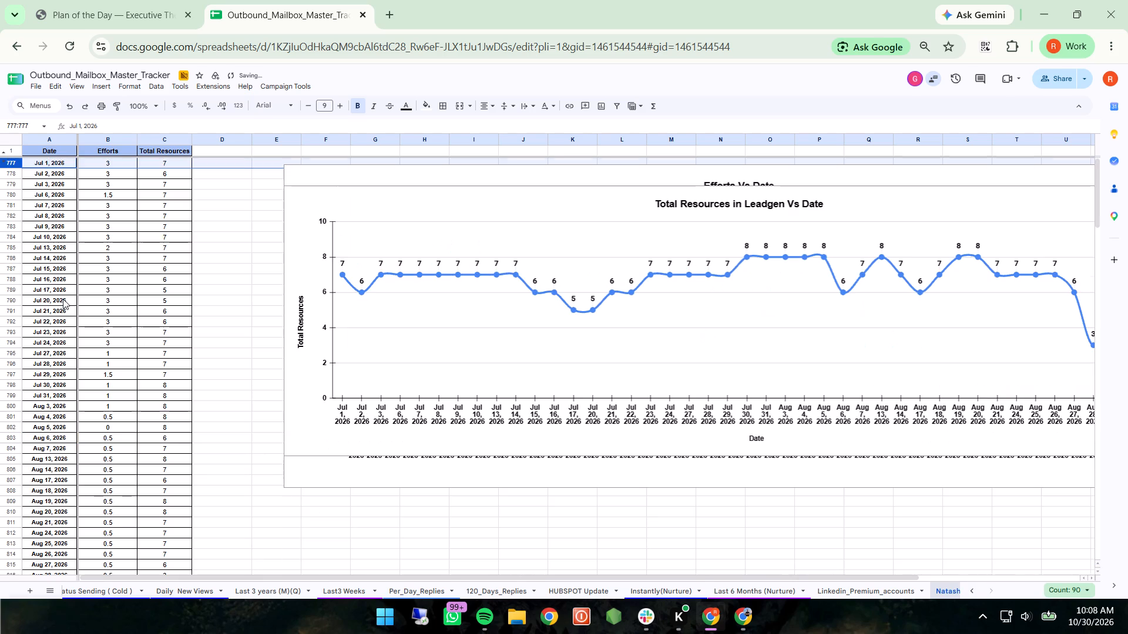
pyautogui.click(241, 385)
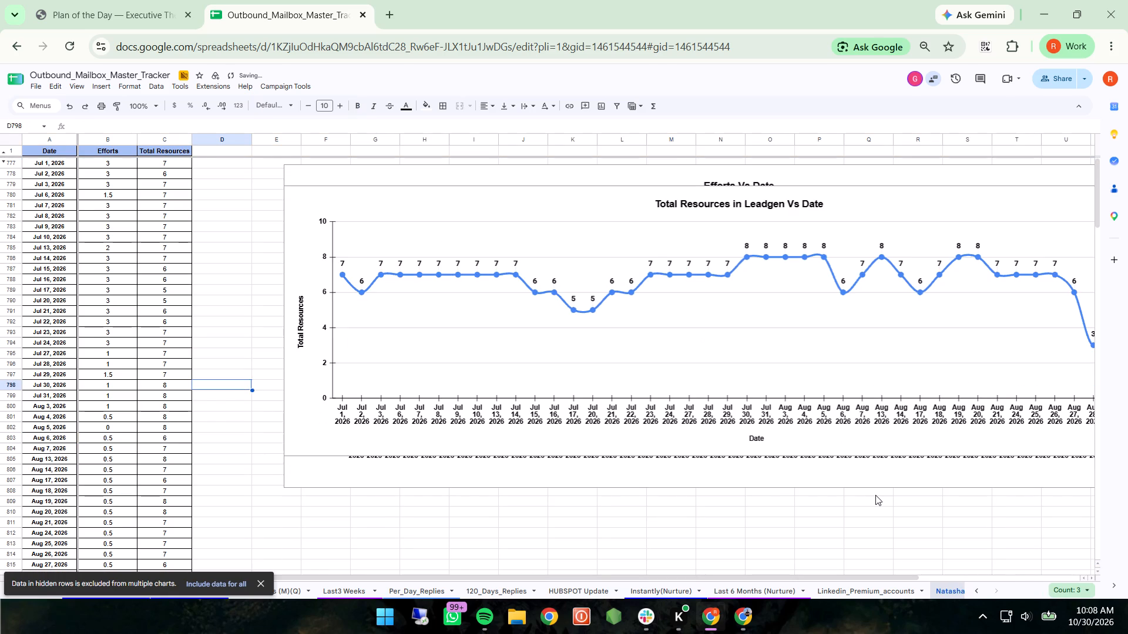
# Move the Total Resources in Leadgen Vs Date chart below the Efforts Vs Date chart so they no longer overlap.
pyautogui.scroll(5, 875, 495)
pyautogui.click(762, 281)
pyautogui.moveTo(762, 281); pyautogui.dragTo(778, 372)
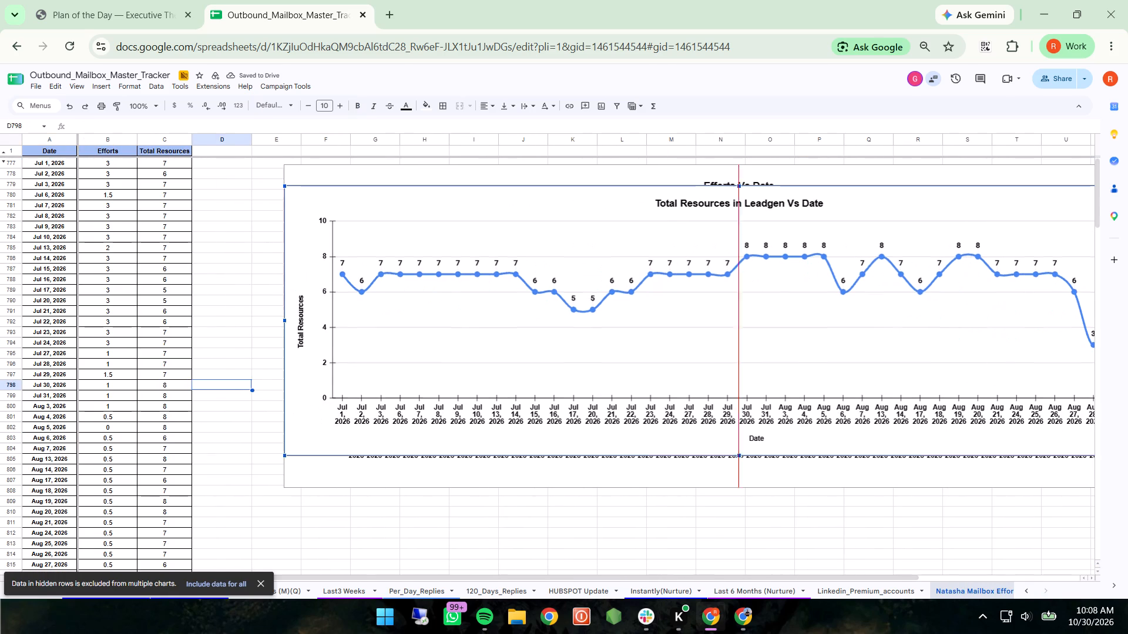
pyautogui.moveTo(778, 372); pyautogui.dragTo(818, 633)
# Select the Efforts Vs Date chart and open its chart options.
pyautogui.hscroll(-1, 764, 478)
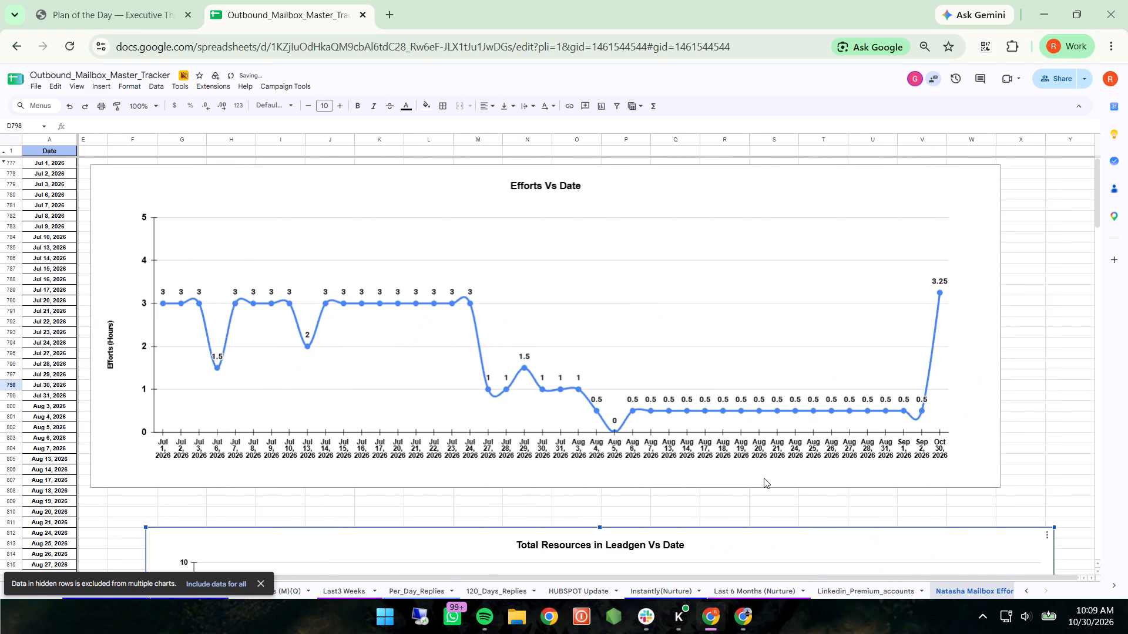
pyautogui.hscroll(-3, 764, 478)
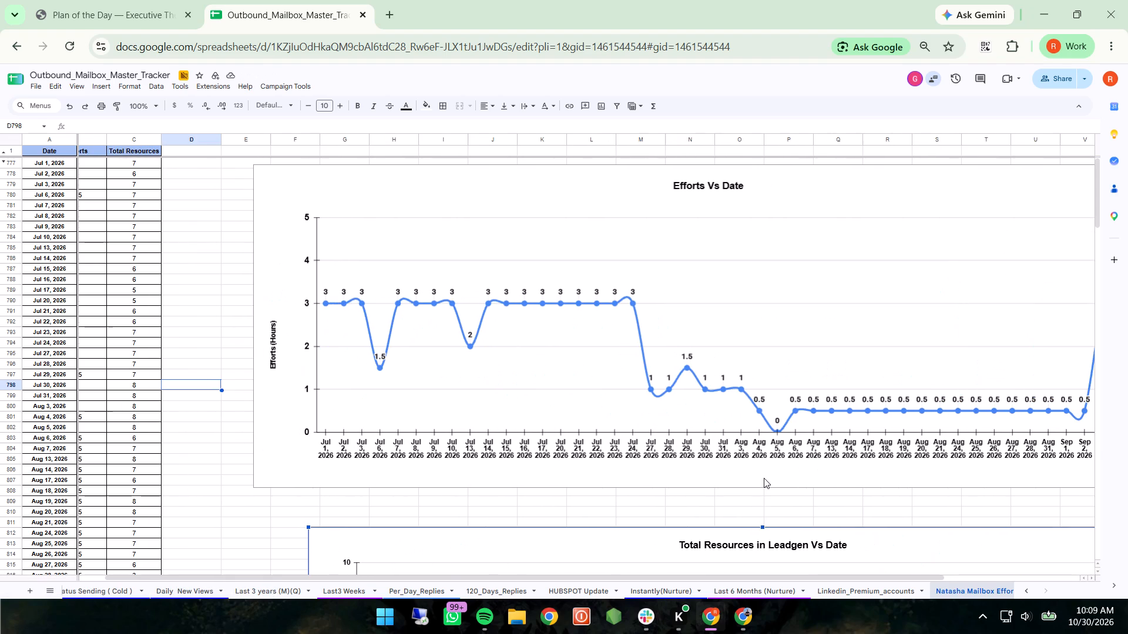
pyautogui.hscroll(-2, 968, 303)
pyautogui.click(983, 217)
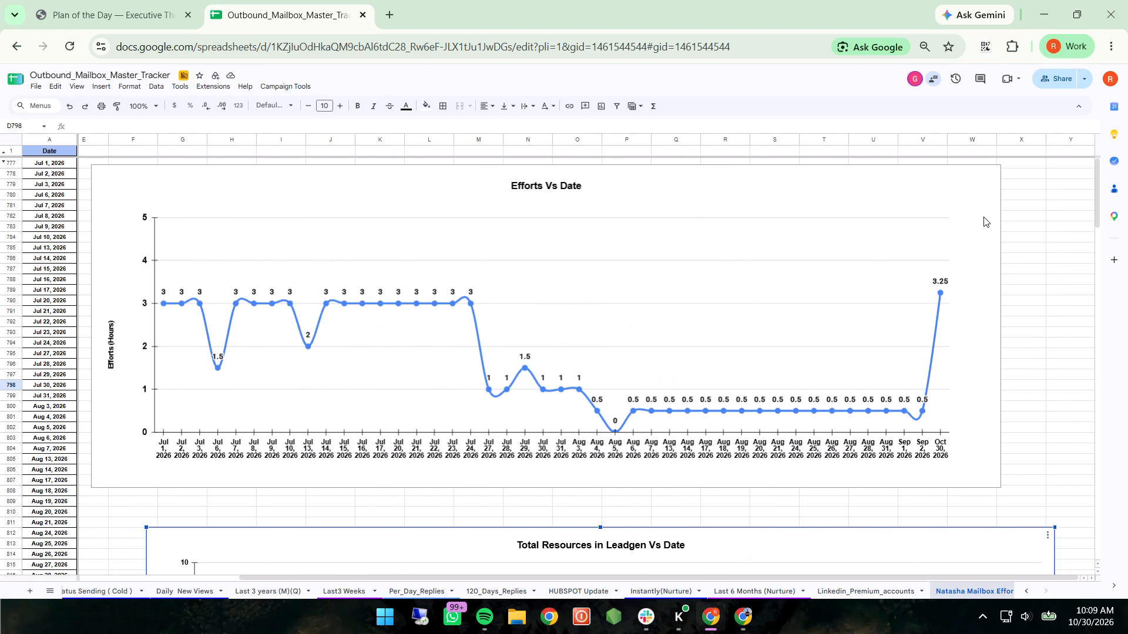
pyautogui.click(992, 177)
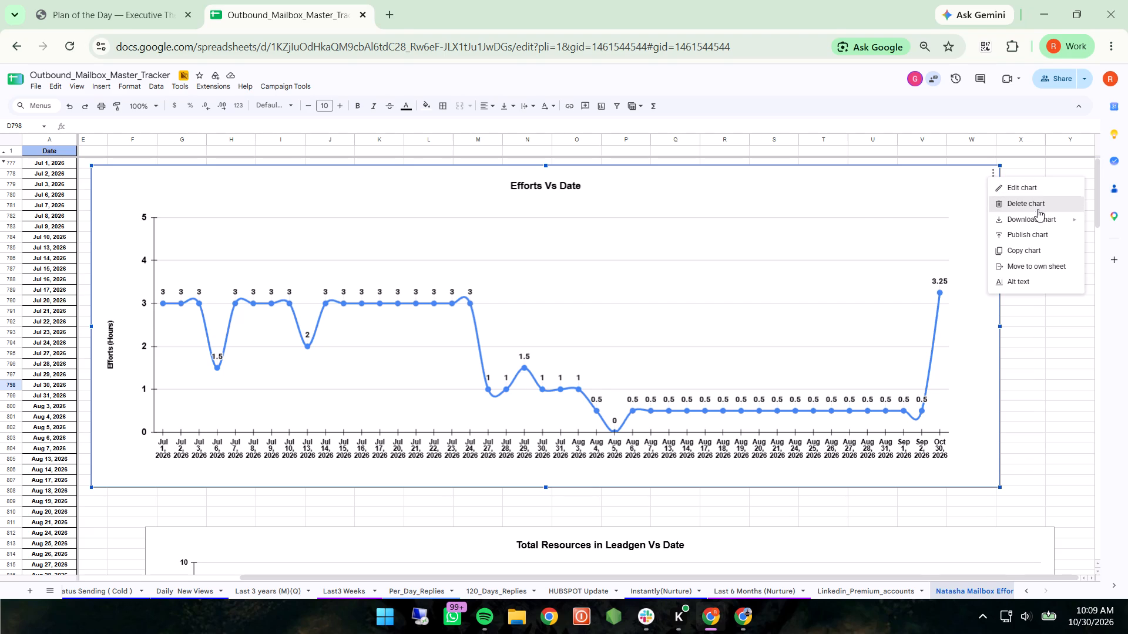
pyautogui.click(976, 221)
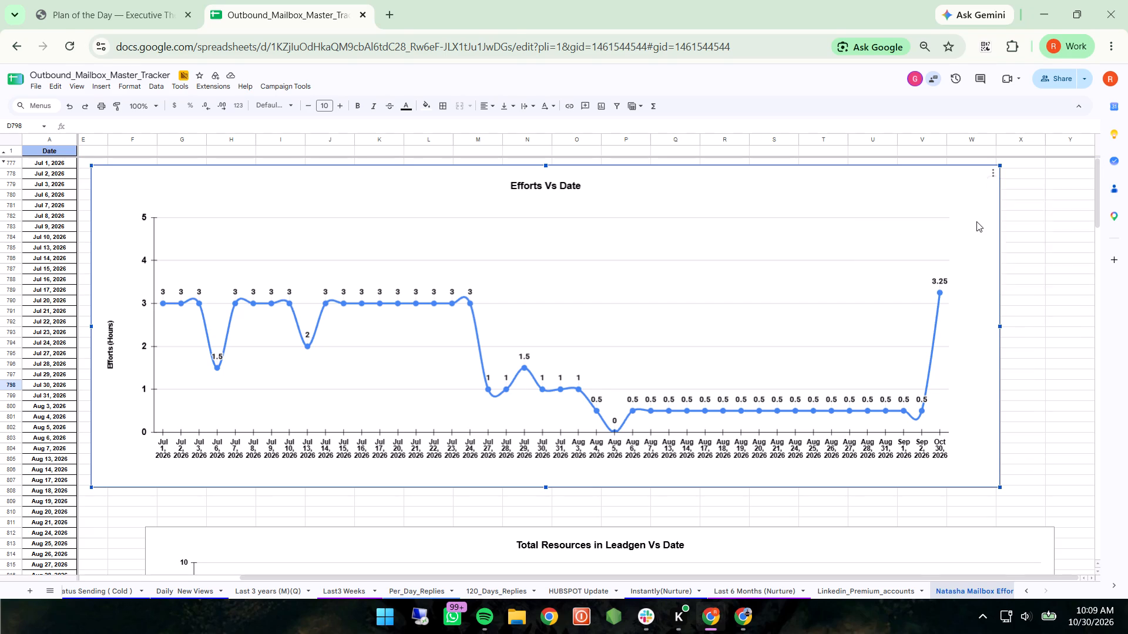